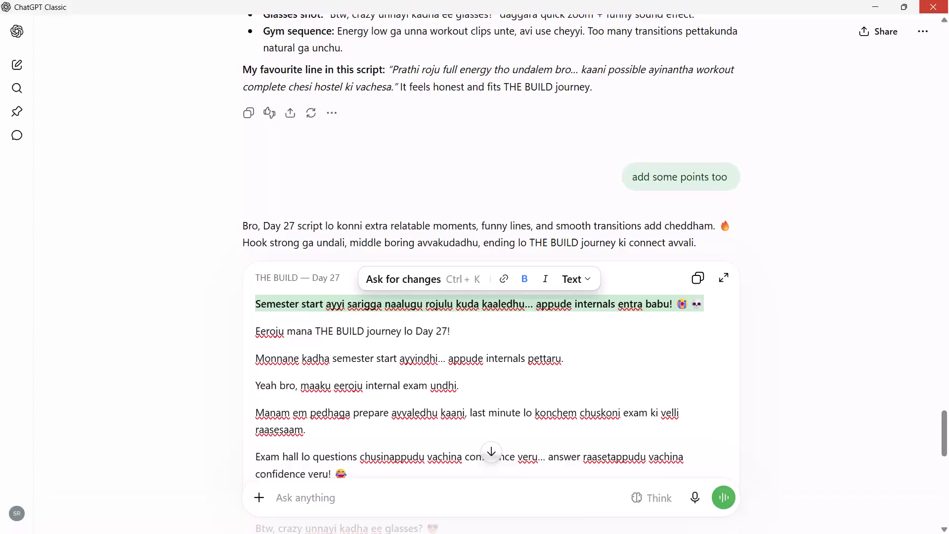
# Switch to Google Drive in Chrome, close the ai.mp4 sharing settings, and upload cad.mp4 from the AAT25TH folder.
pyautogui.hotkey('alt', 'Tab')
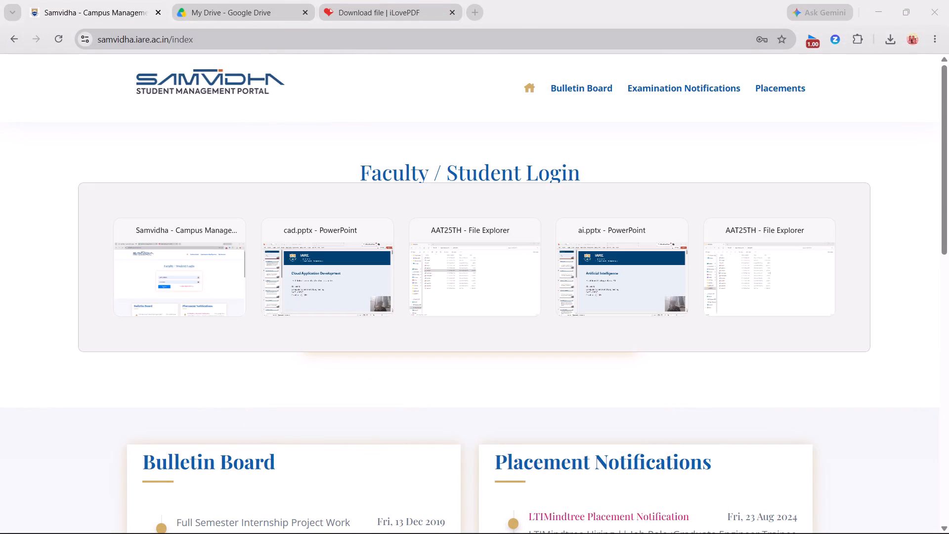
pyautogui.keyDown('alt'); pyautogui.click(223, 8); pyautogui.keyUp('alt')
pyautogui.click(223, 8)
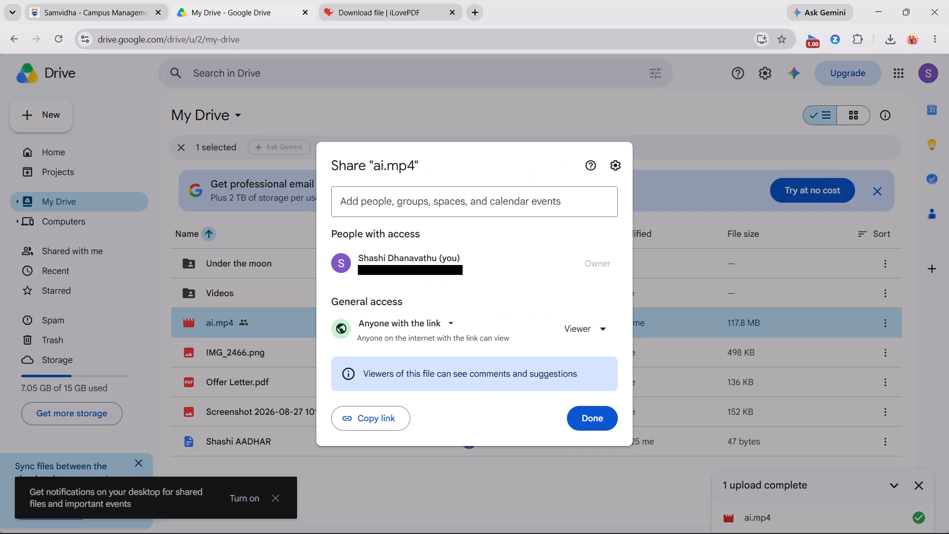
pyautogui.click(583, 423)
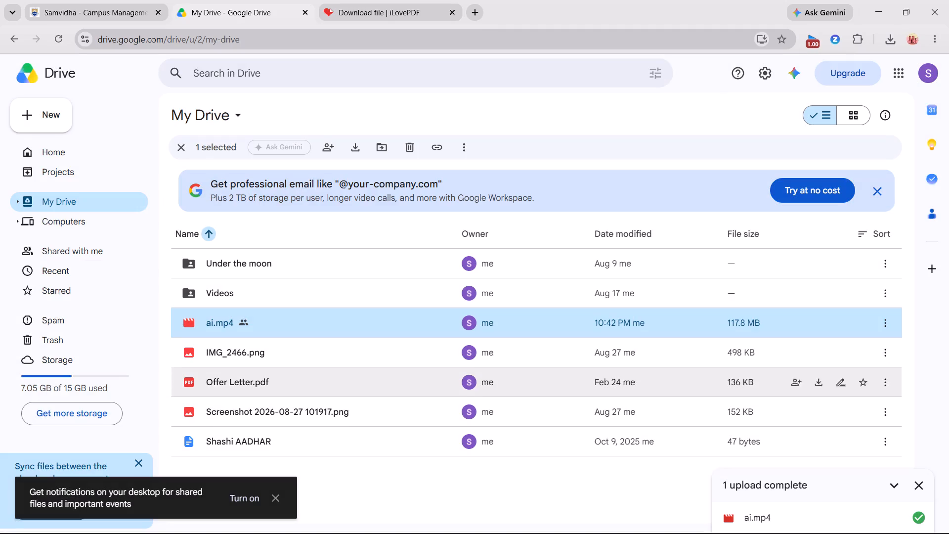
pyautogui.click(43, 104)
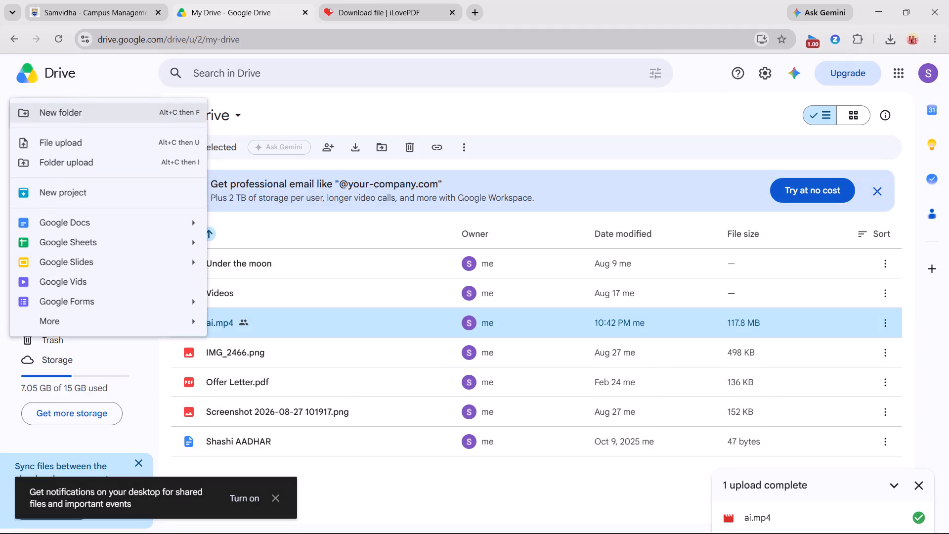
pyautogui.click(61, 141)
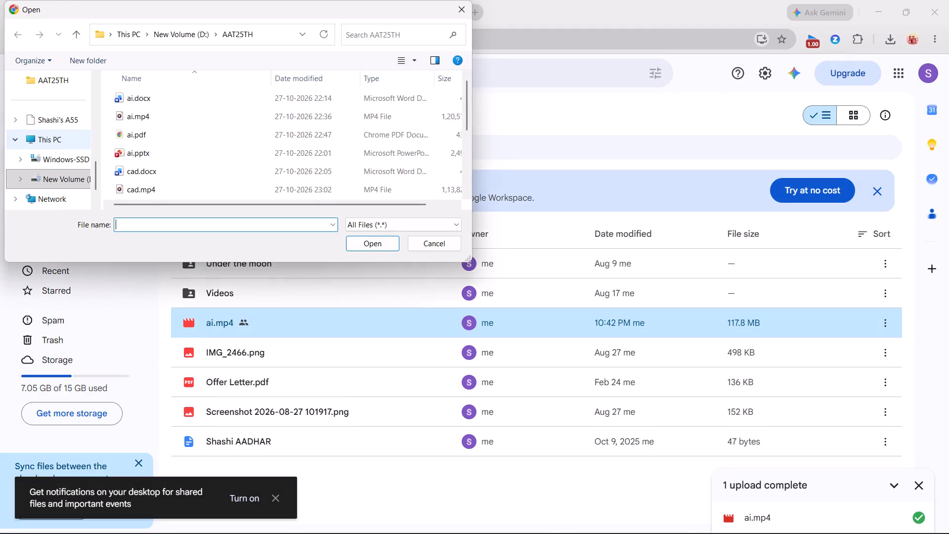
pyautogui.doubleClick(162, 184)
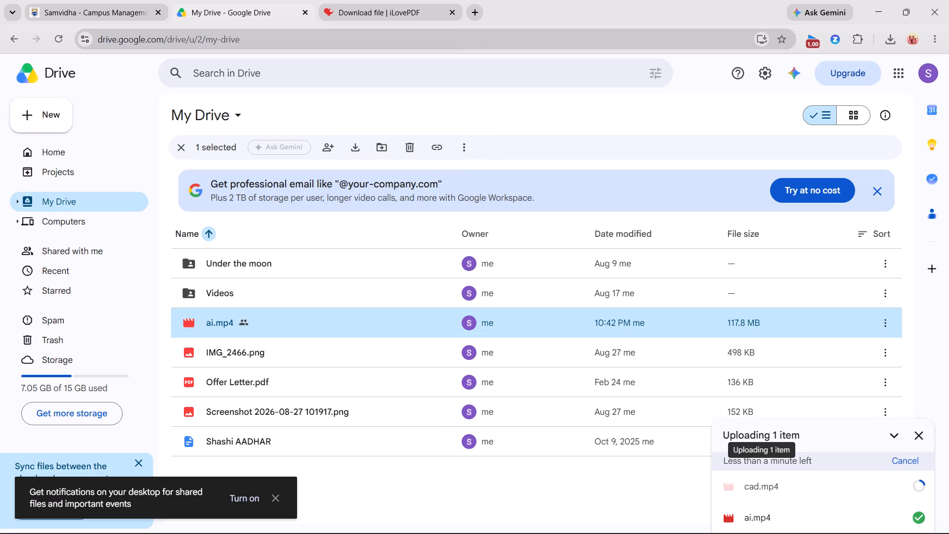
pyautogui.click(350, 0)
pyautogui.click(348, 170)
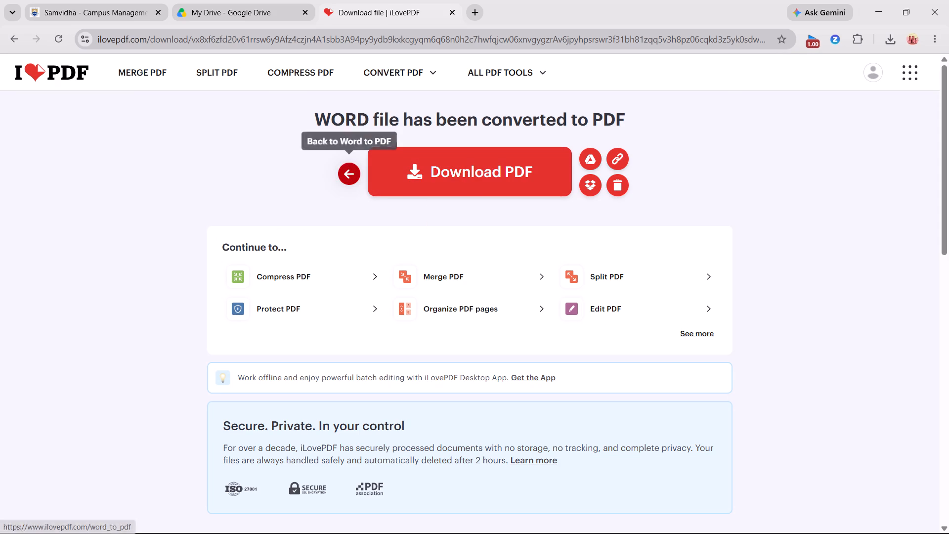
pyautogui.click(454, 224)
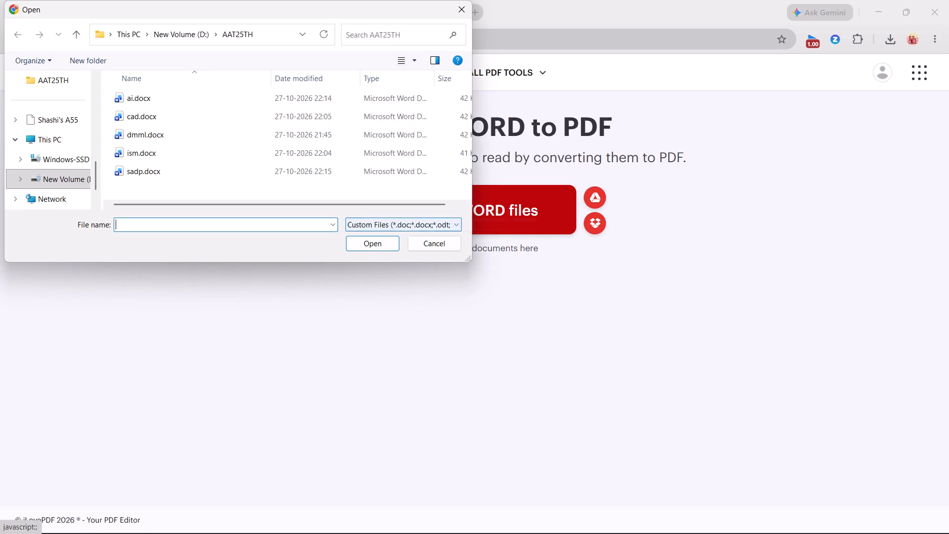
pyautogui.doubleClick(183, 122)
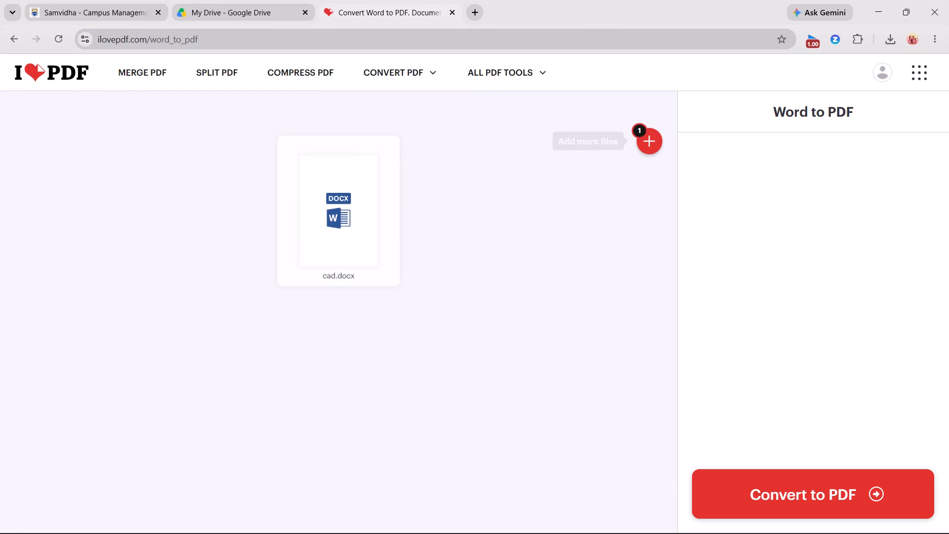
pyautogui.click(775, 499)
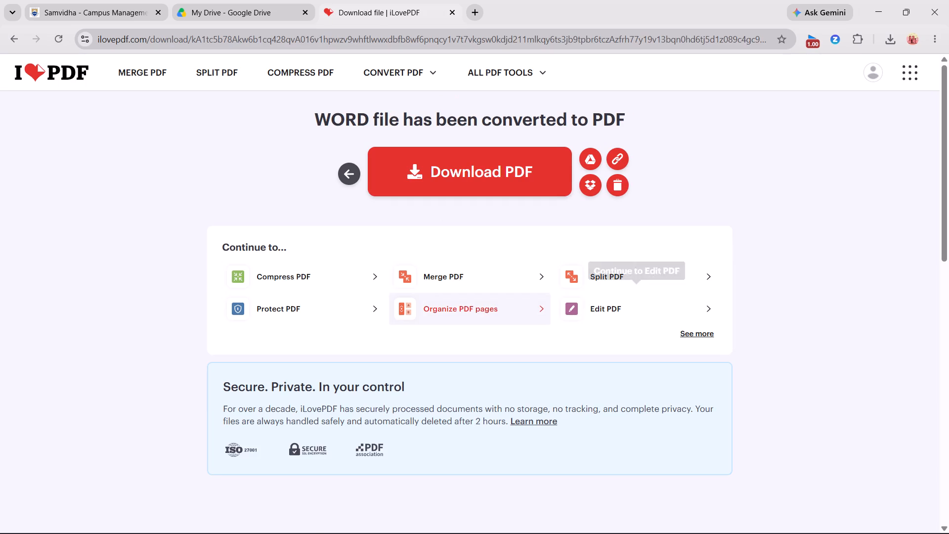
pyautogui.click(470, 179)
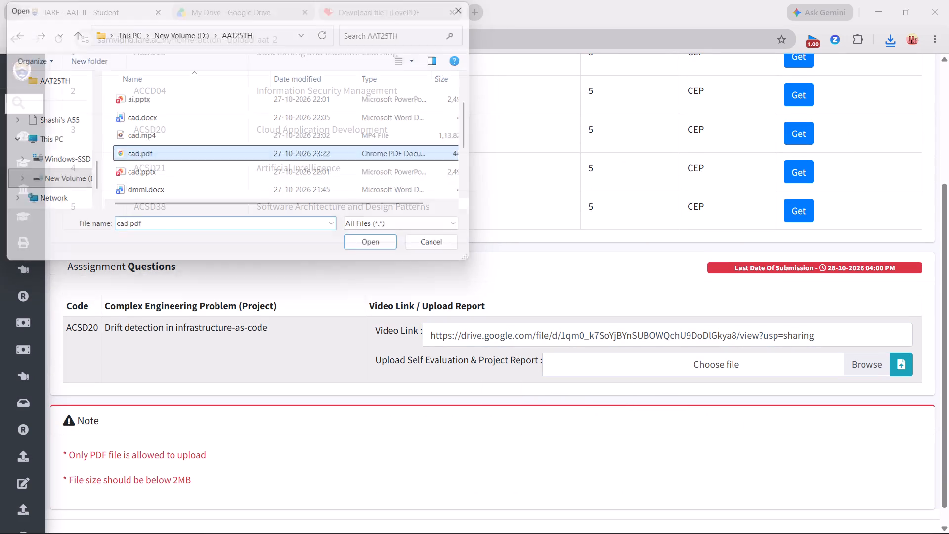
pyautogui.click(898, 359)
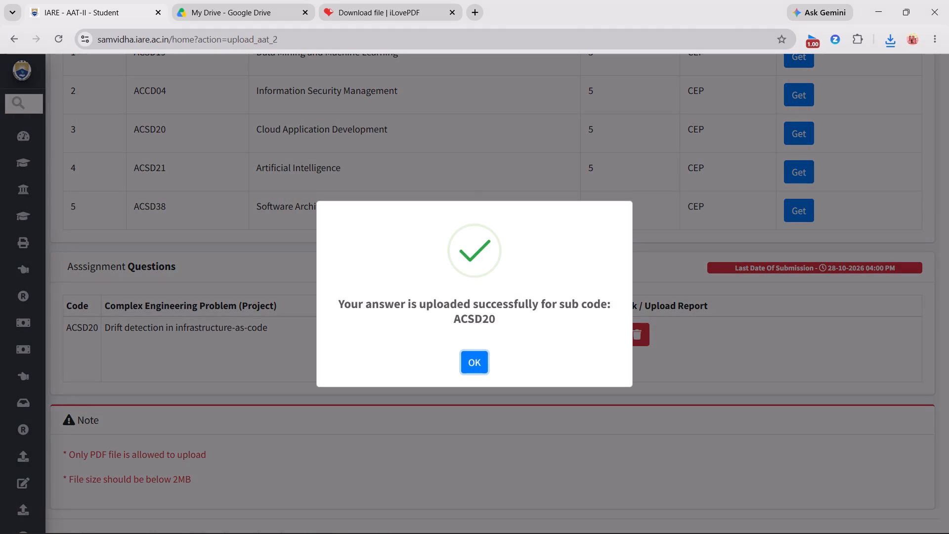
pyautogui.click(468, 363)
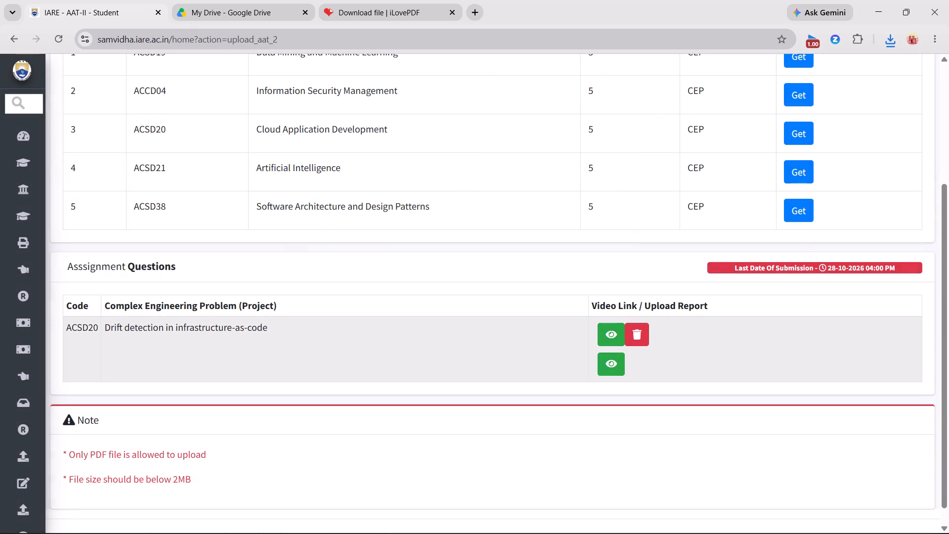
# Open the submitted ACSD20 video link to check it, and close it again.
pyautogui.click(614, 328)
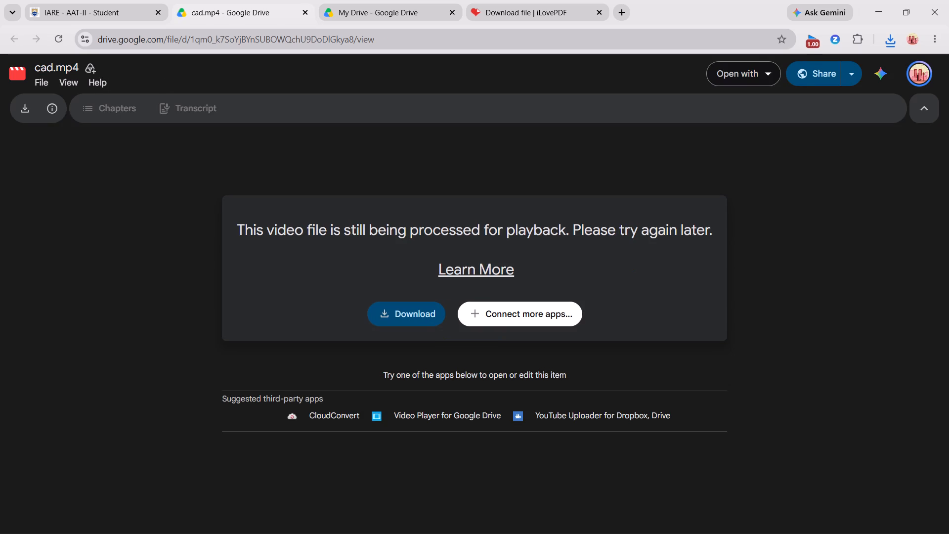
pyautogui.click(303, 12)
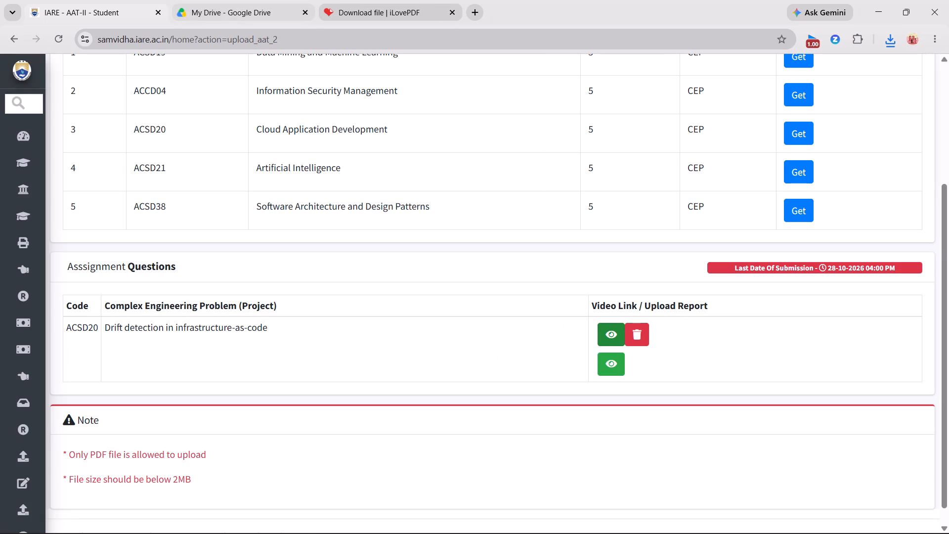
# Close the ai.pptx presentation in PowerPoint, saving its changes to the AAT25TH folder.
pyautogui.click(56, 0)
pyautogui.hotkey('alt', 'Tab')
pyautogui.hotkey('alt', 'Tab')
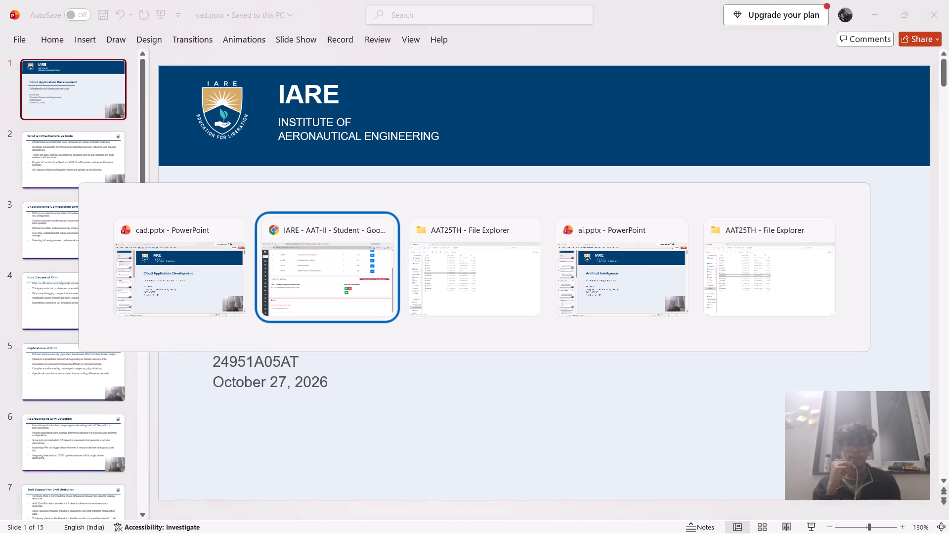
pyautogui.hotkey('alt', 'Tab')
pyautogui.hotkey('alt', 'Tab')
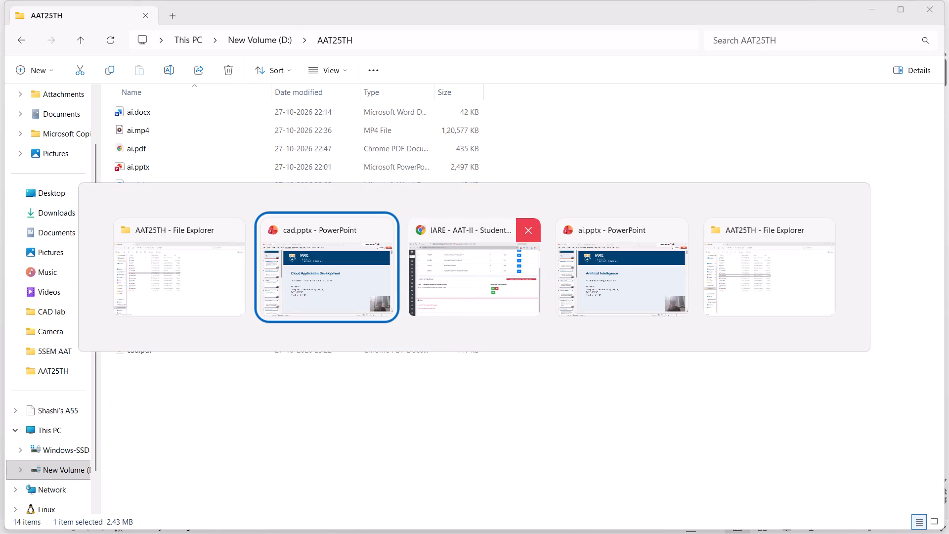
pyautogui.keyDown('alt'); pyautogui.click(680, 234); pyautogui.keyUp('alt')
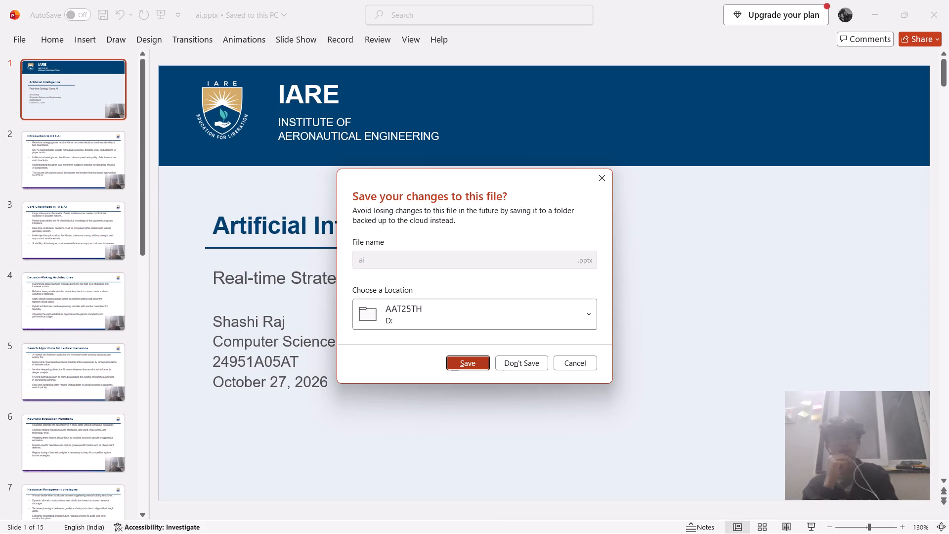
pyautogui.click(466, 365)
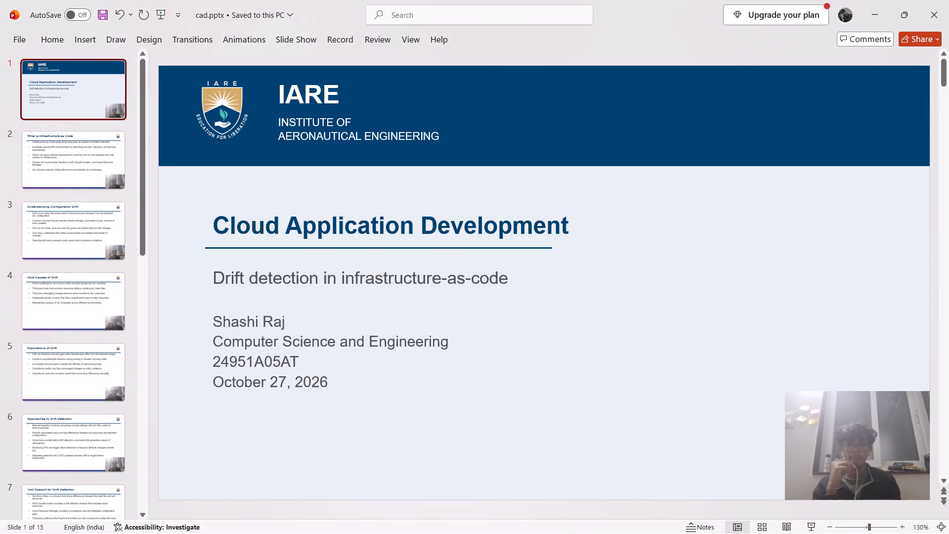
# Close the cad.pptx presentation, saving its changes to the AAT25TH folder.
pyautogui.hotkey('alt', 'Tab')
pyautogui.keyDown('alt'); pyautogui.click(207, 272); pyautogui.keyUp('alt')
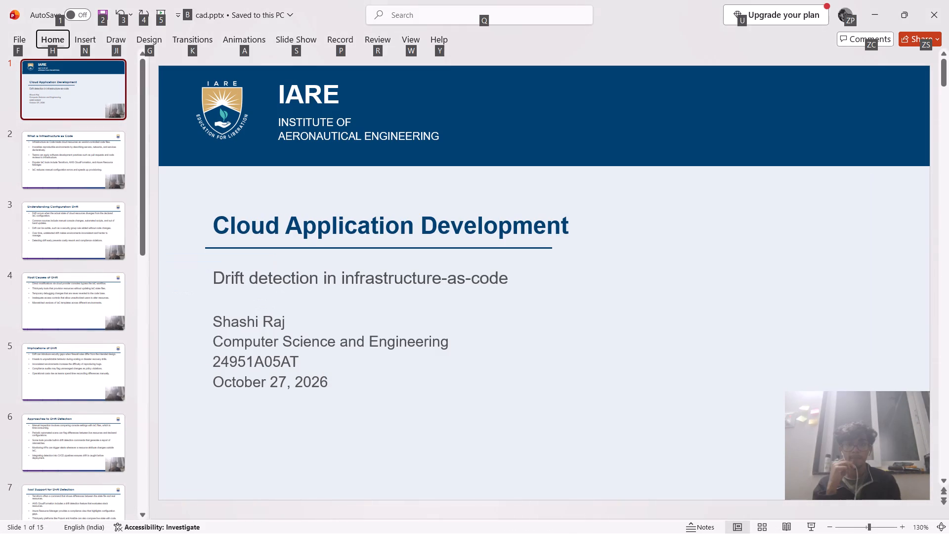
pyautogui.click(941, 2)
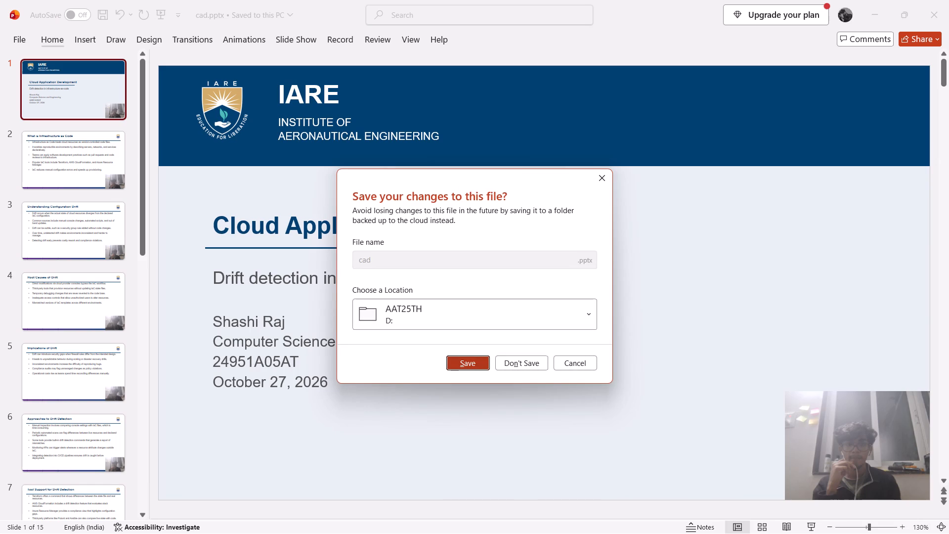
pyautogui.click(470, 352)
pyautogui.click(470, 361)
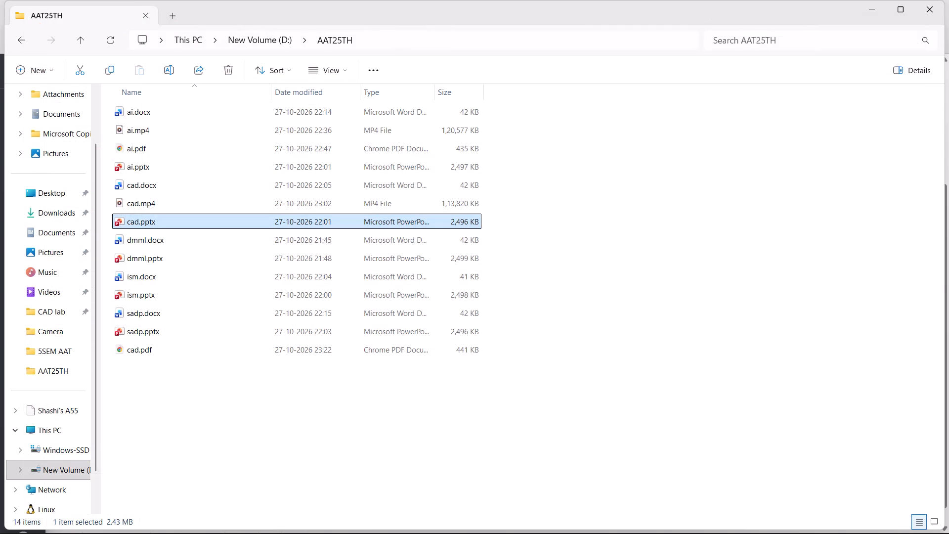
# Open dmml.pptx from the AAT25TH folder in PowerPoint, enable editing, and bring up the slide show recording view.
pyautogui.doubleClick(191, 258)
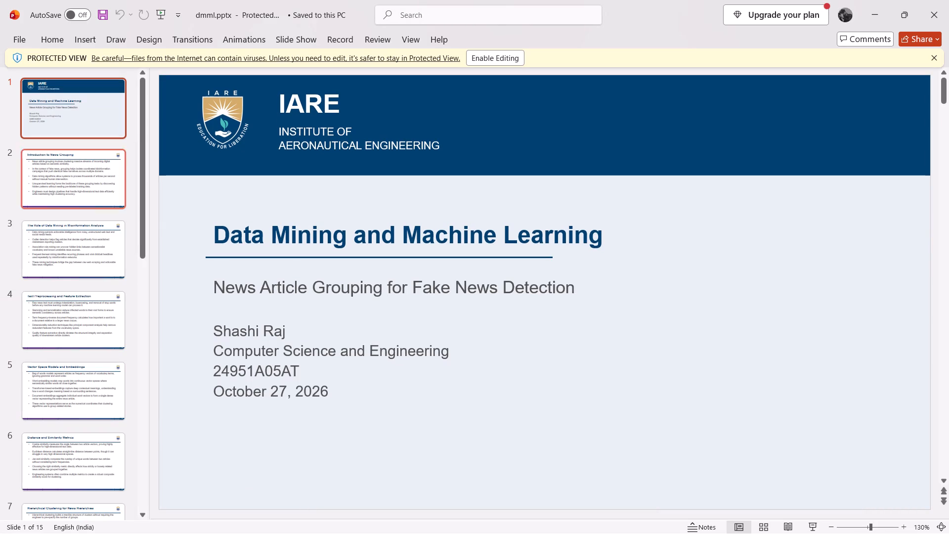
pyautogui.click(480, 59)
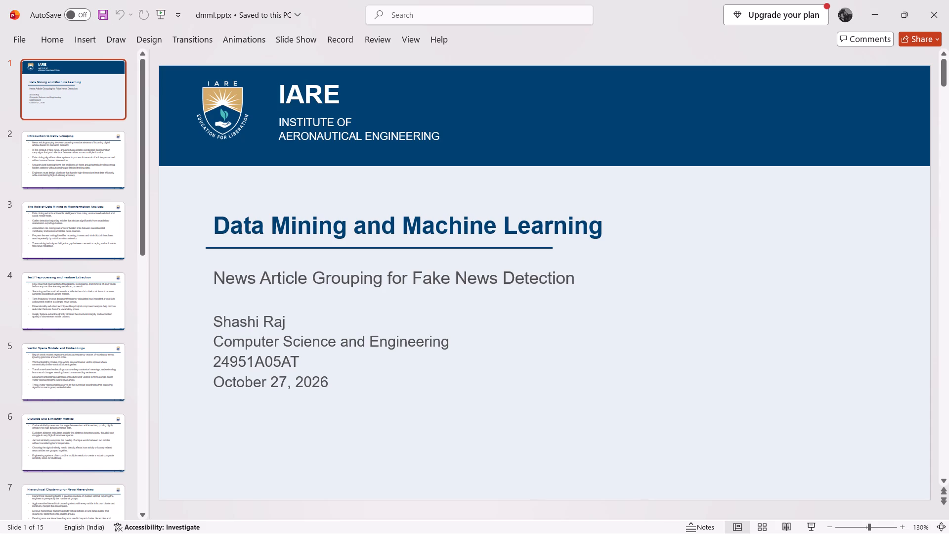
pyautogui.click(333, 42)
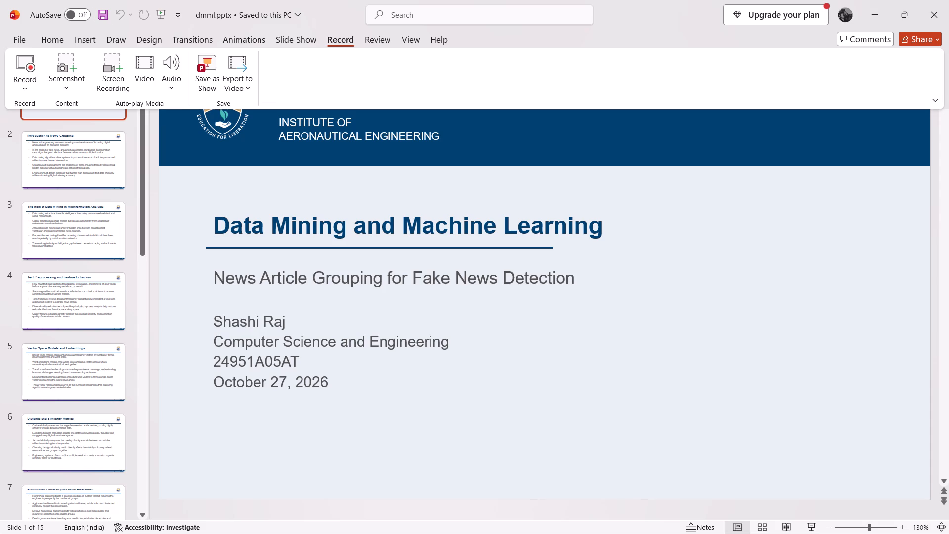
pyautogui.click(30, 71)
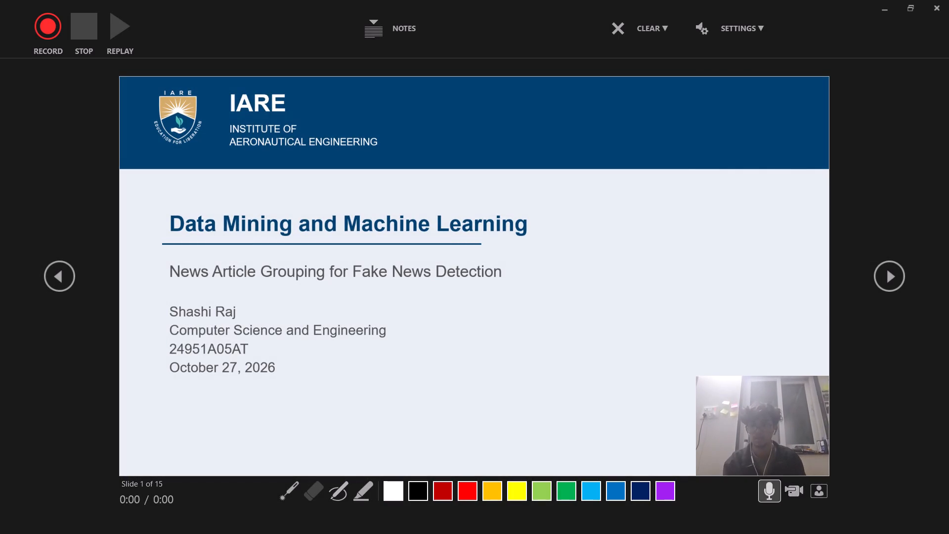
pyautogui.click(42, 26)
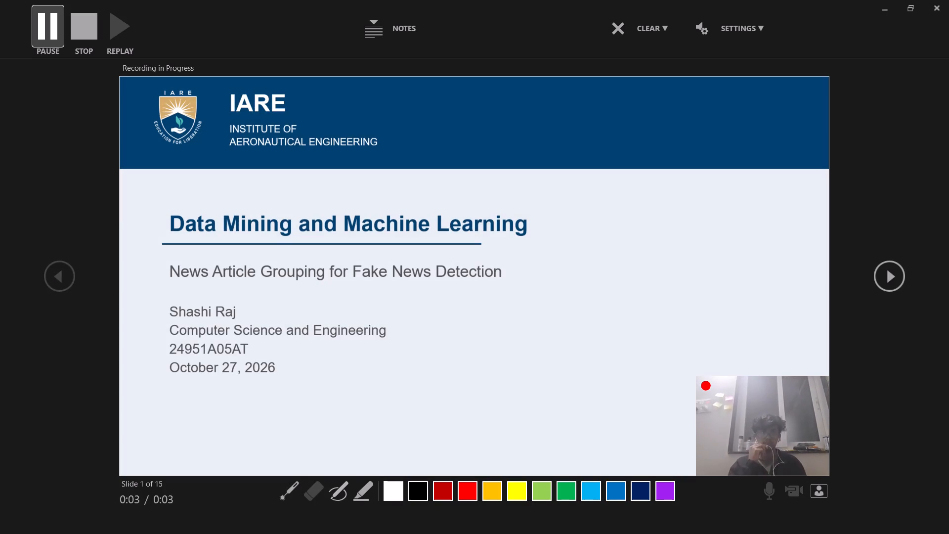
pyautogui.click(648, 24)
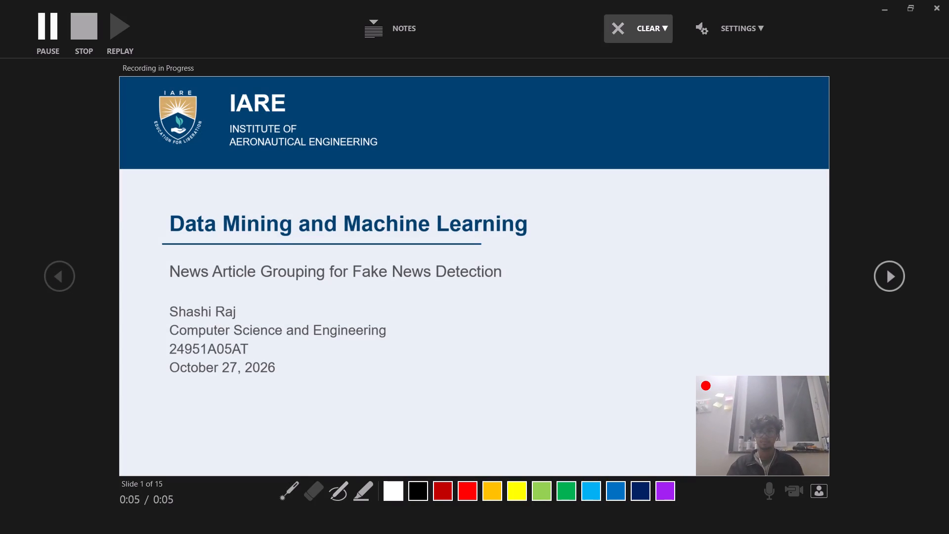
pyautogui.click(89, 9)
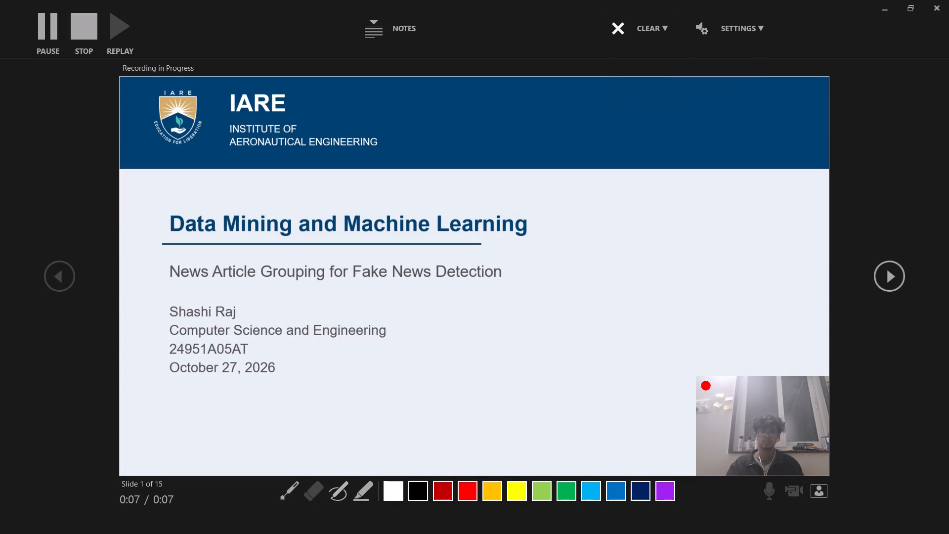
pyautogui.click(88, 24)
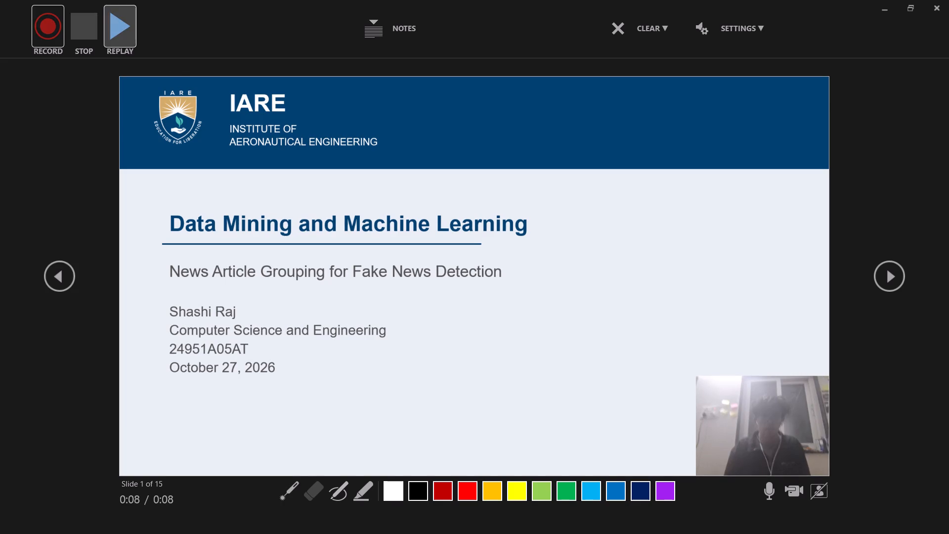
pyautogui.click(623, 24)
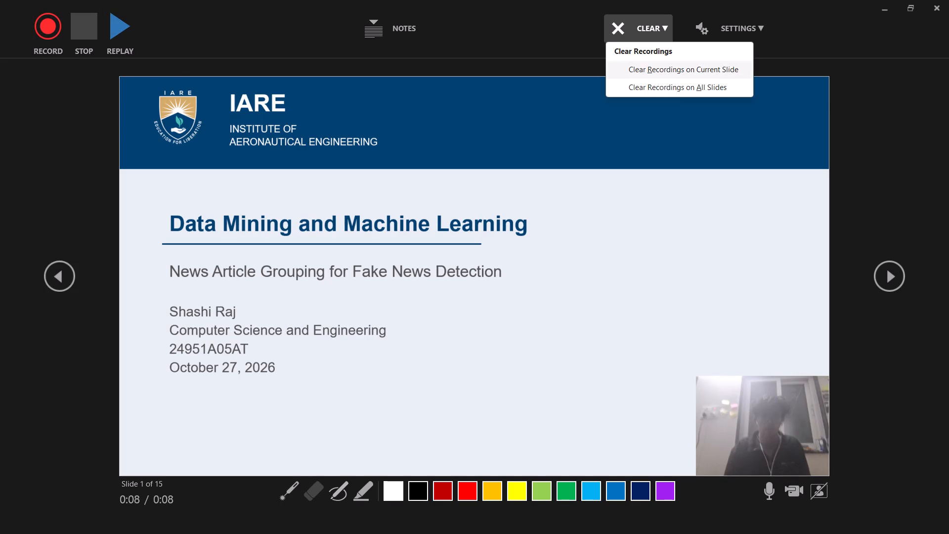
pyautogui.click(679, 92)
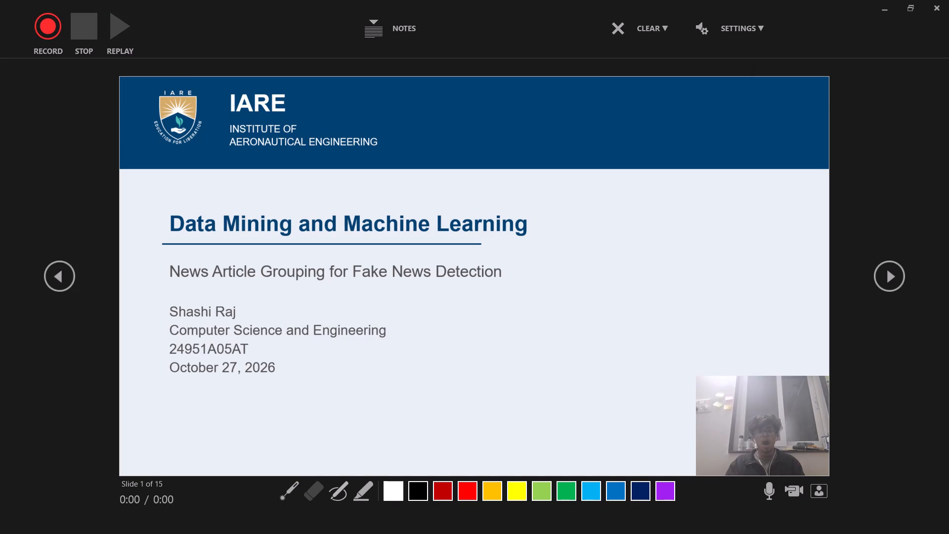
# Record the Data Mining and Machine Learning presentation with camera video, from the title slide on to the Introduction to News Grouping slide.
pyautogui.click(52, 30)
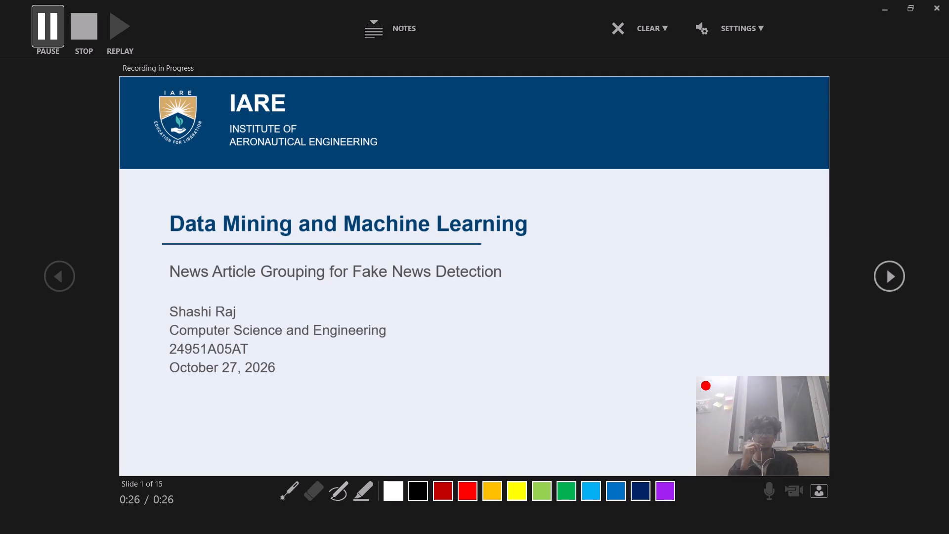
pyautogui.press('Right')
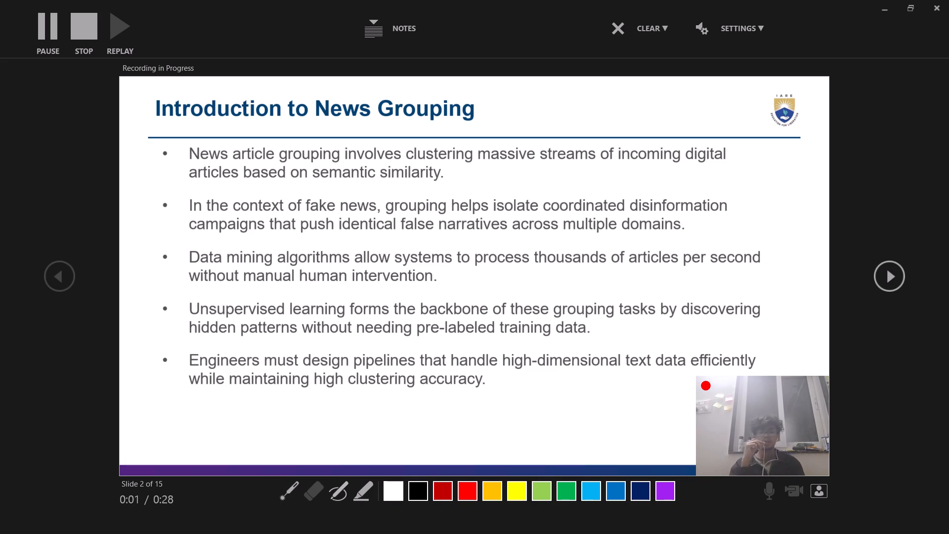
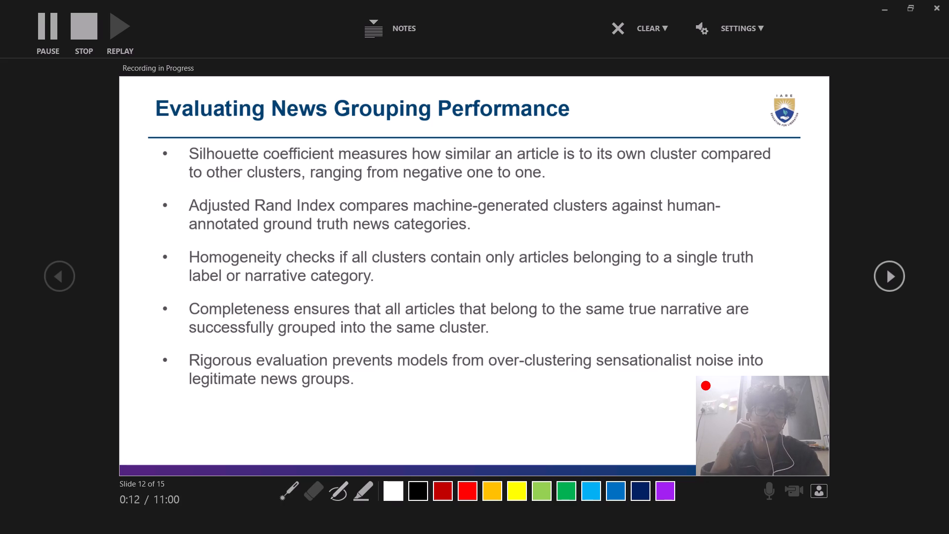
# Record the remaining slides from Evaluating News Grouping Performance through the Thank You slide, and end the slide show recording.
pyautogui.press('Right')
pyautogui.press('Right')
pyautogui.press('Right')
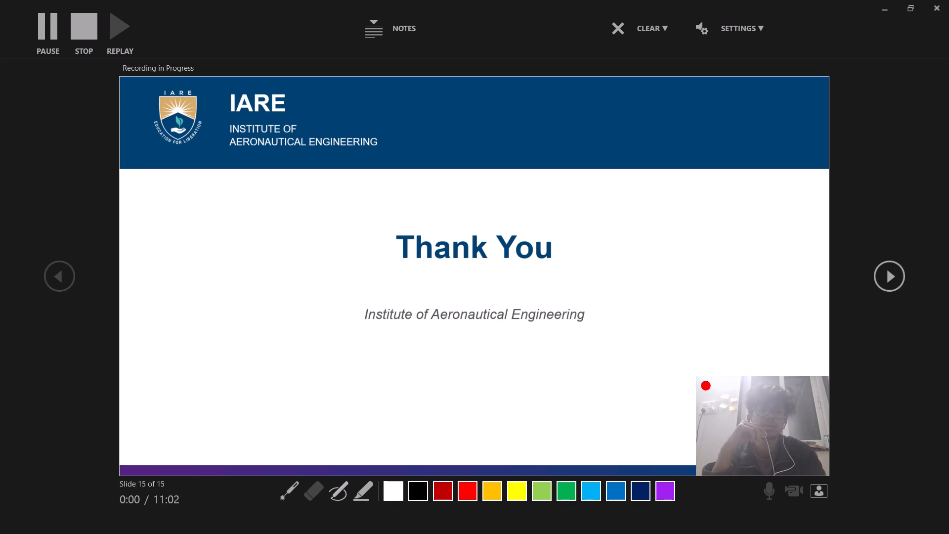
pyautogui.press('Right')
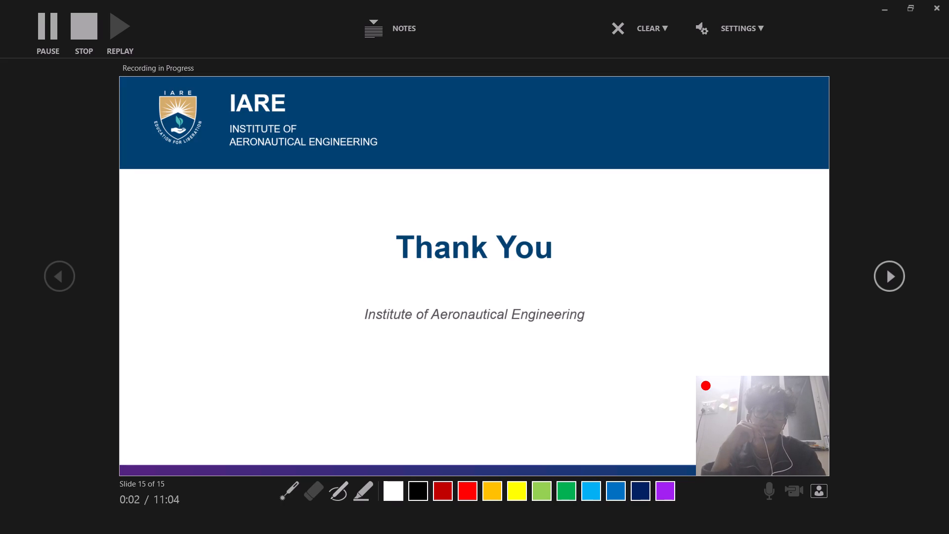
pyautogui.press('Right')
pyautogui.press('Right')
pyautogui.press('Right')
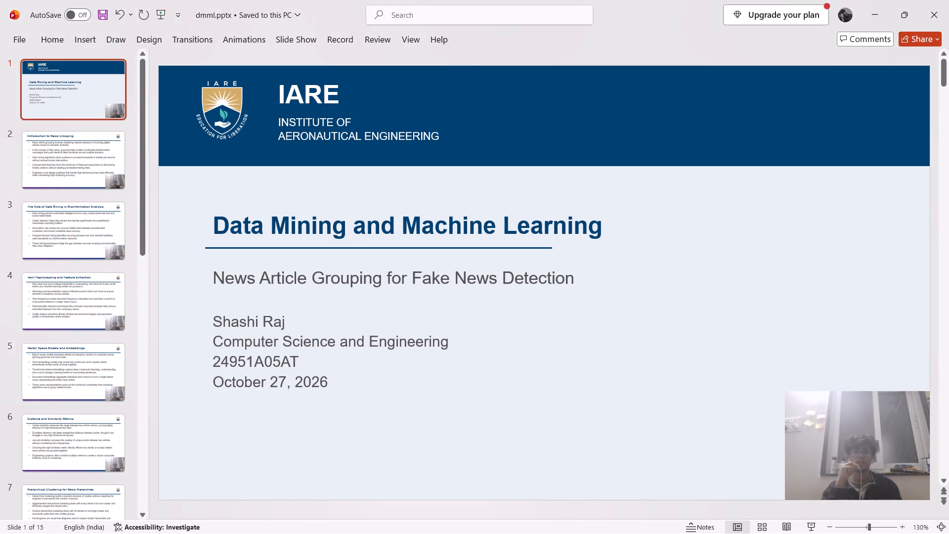
# Export the recorded presentation as an HD (720p) MPEG-4 video named dmml.mp4 in the AAT25TH folder.
pyautogui.click(332, 37)
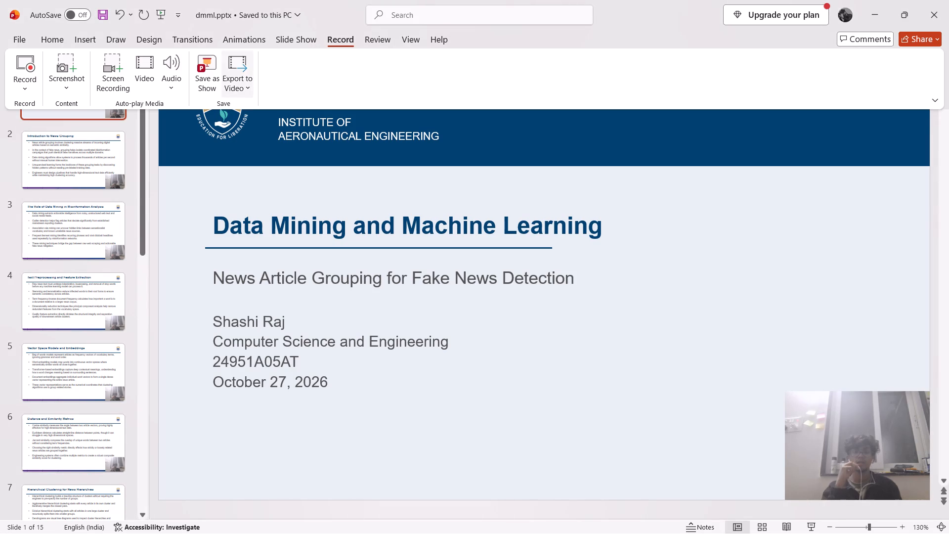
pyautogui.click(242, 71)
pyautogui.click(264, 106)
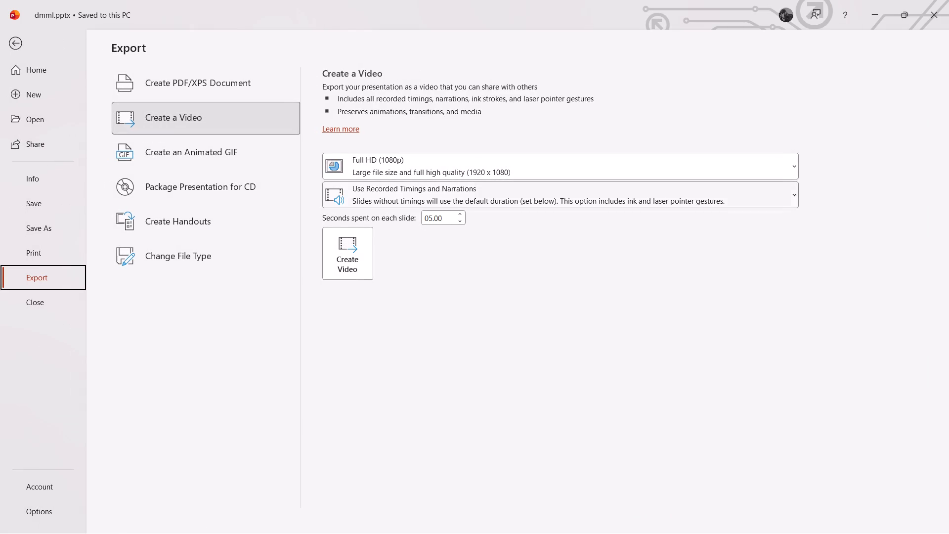
pyautogui.click(393, 167)
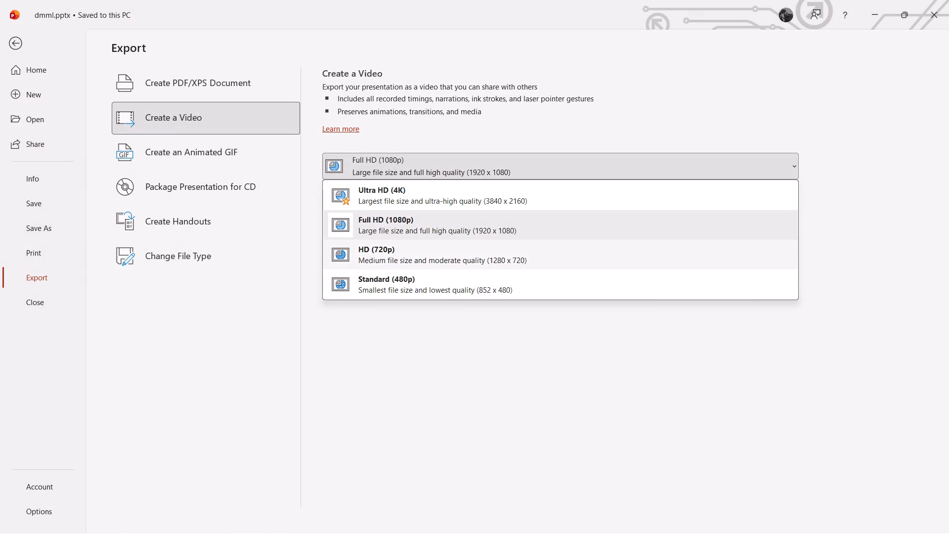
pyautogui.click(395, 249)
pyautogui.click(353, 249)
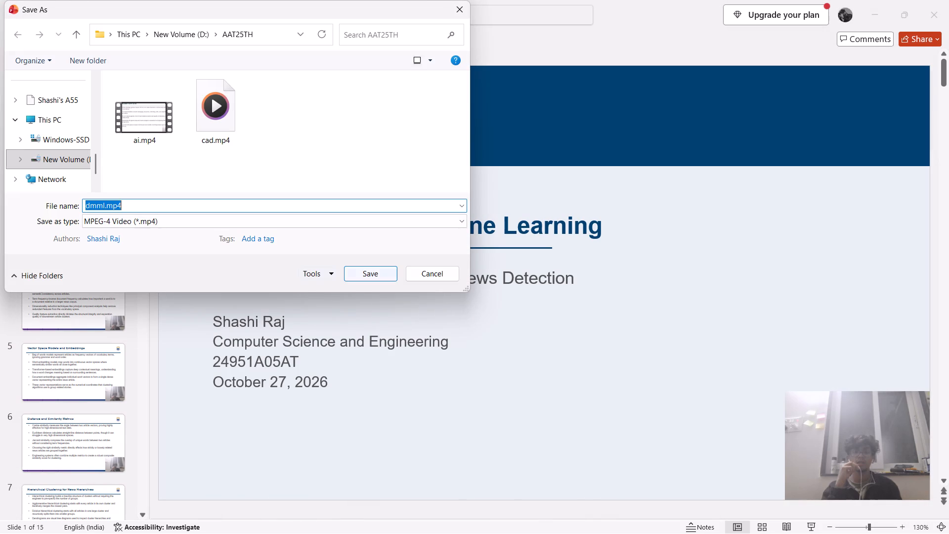
pyautogui.click(368, 277)
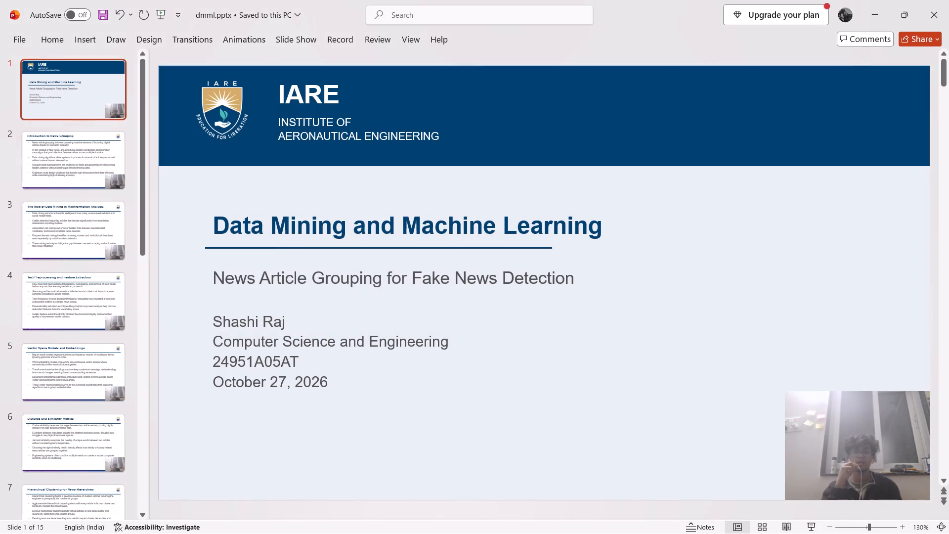
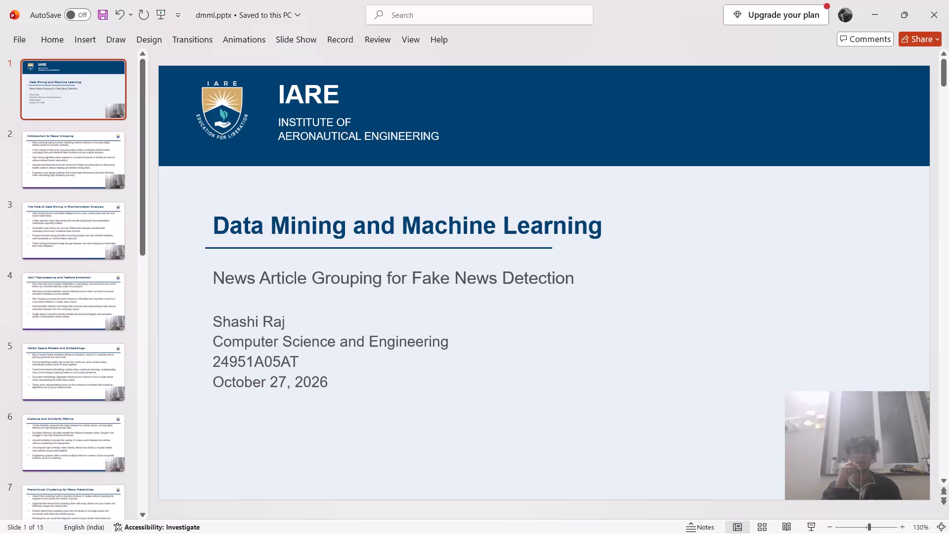
# Switch to Google Drive in Chrome, close the cad.mp4 sharing settings, and upload dmml.mp4 from the AAT25TH folder to My Drive.
pyautogui.hotkey('alt', 'Tab')
pyautogui.hotkey('alt', 'Tab')
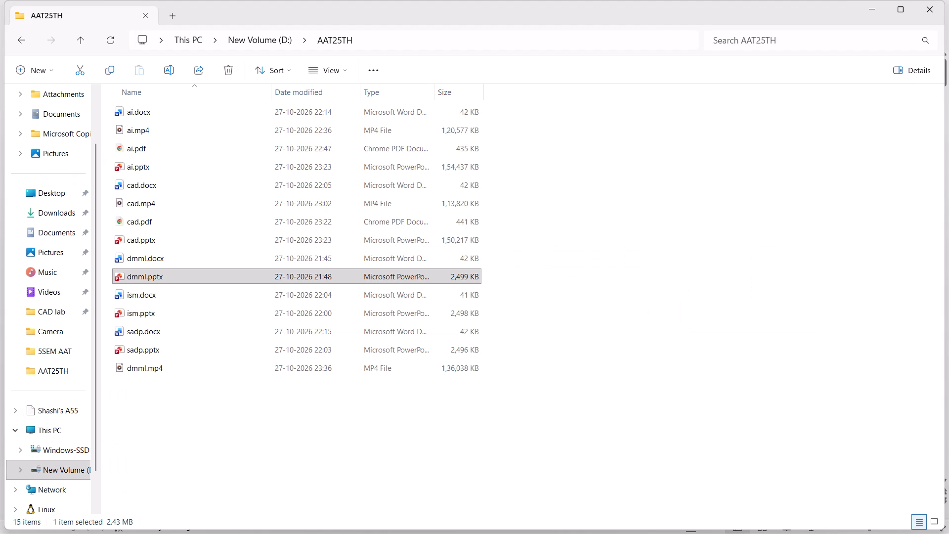
pyautogui.hotkey('alt', 'Tab')
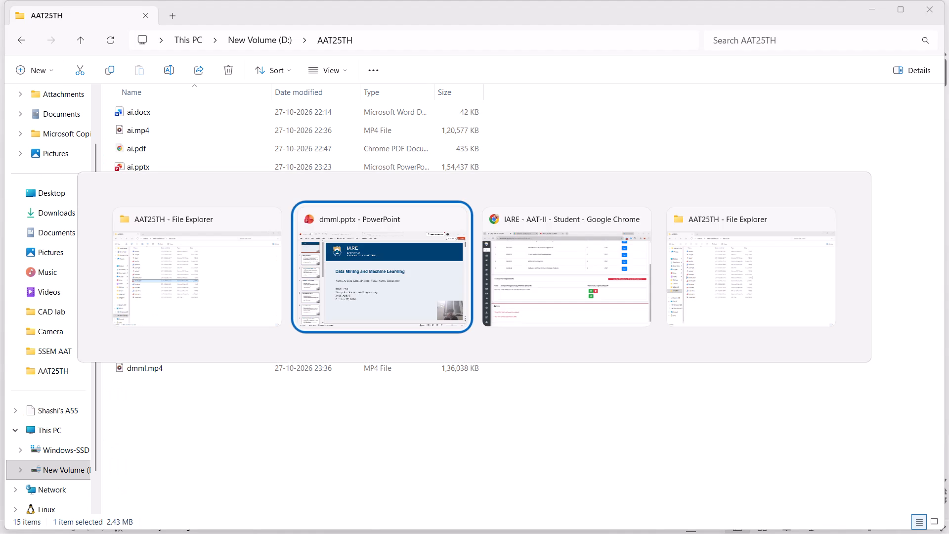
pyautogui.hotkey('alt', 'Tab')
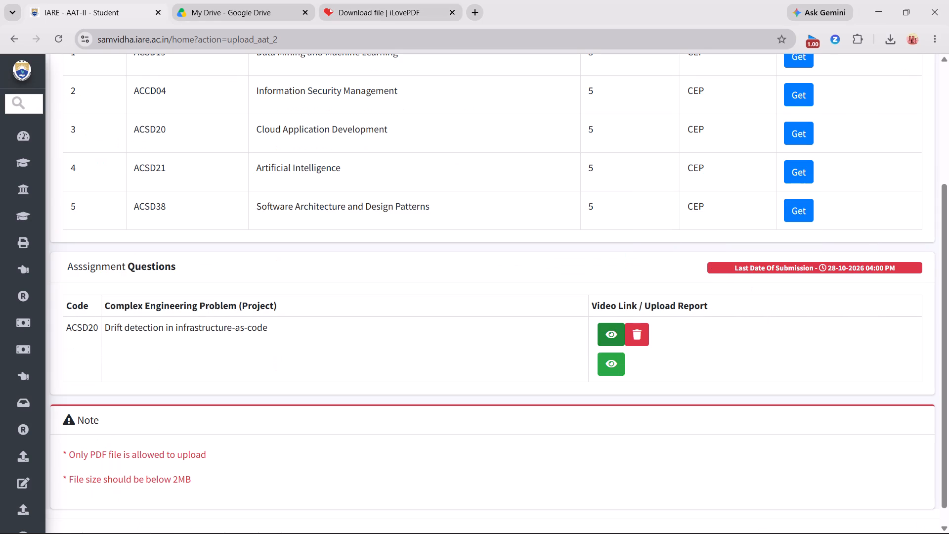
pyautogui.click(235, 0)
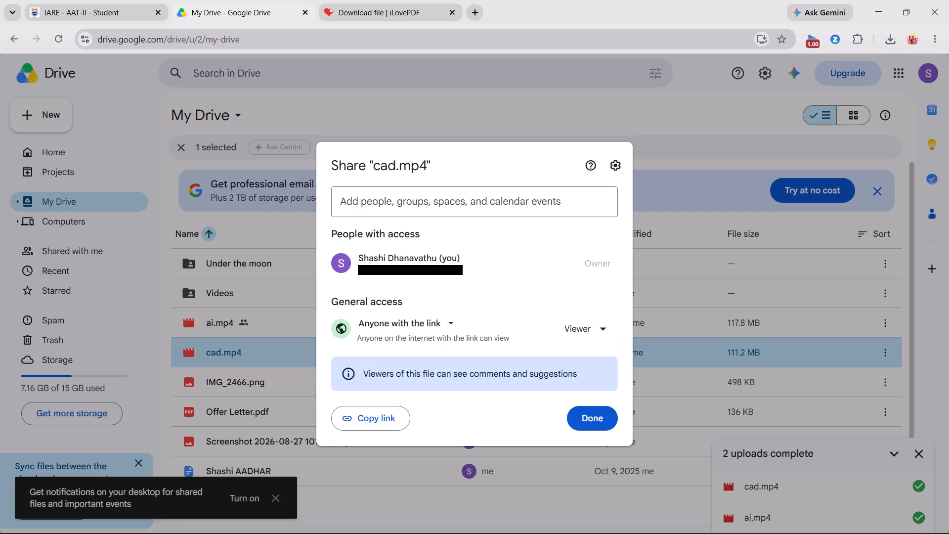
pyautogui.click(601, 414)
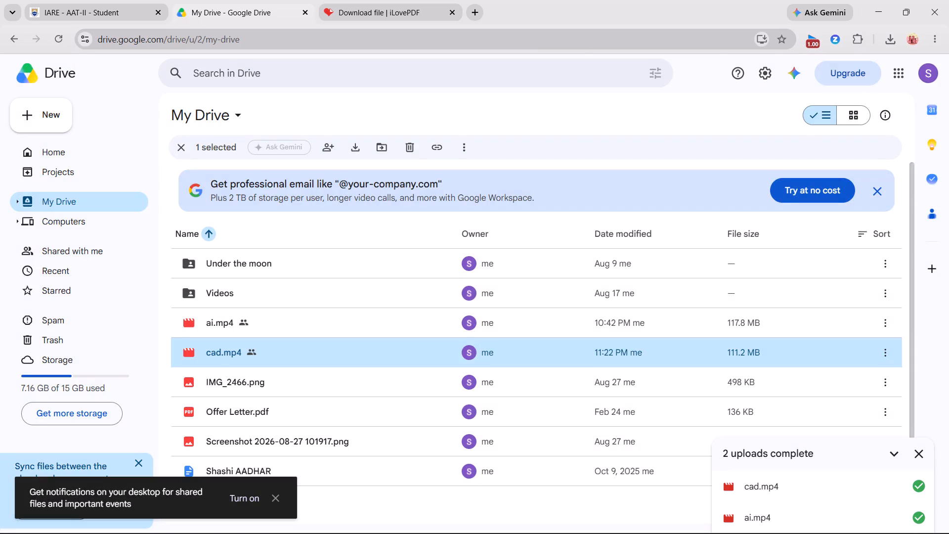
pyautogui.click(49, 122)
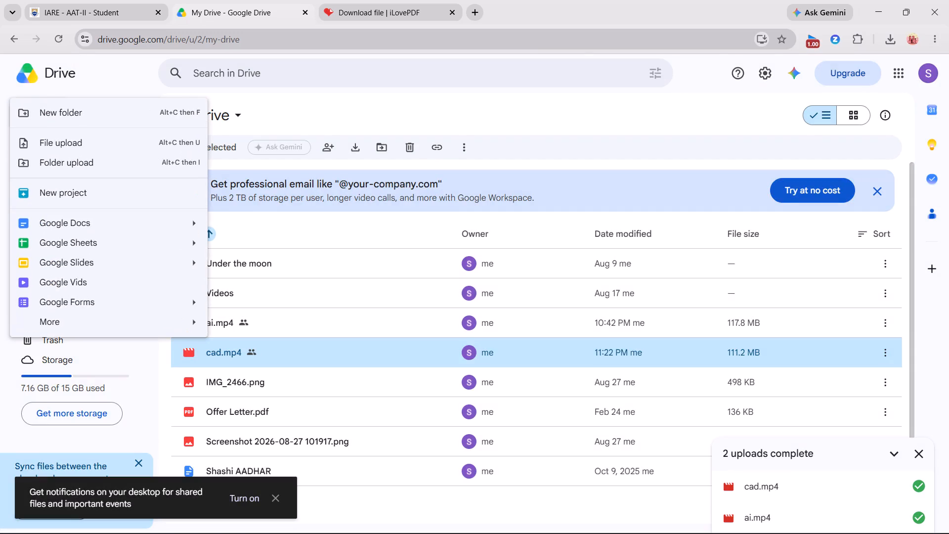
pyautogui.click(64, 141)
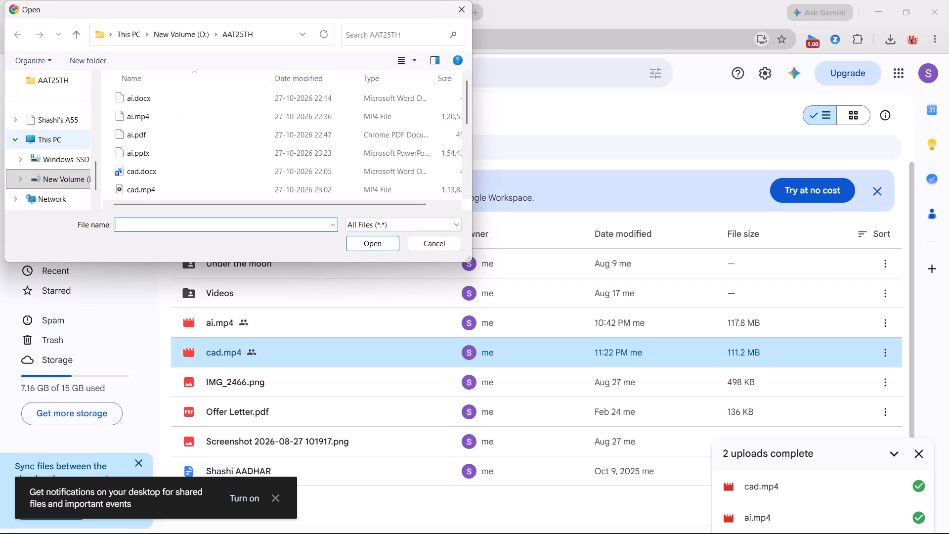
pyautogui.scroll(-6, 154, 147)
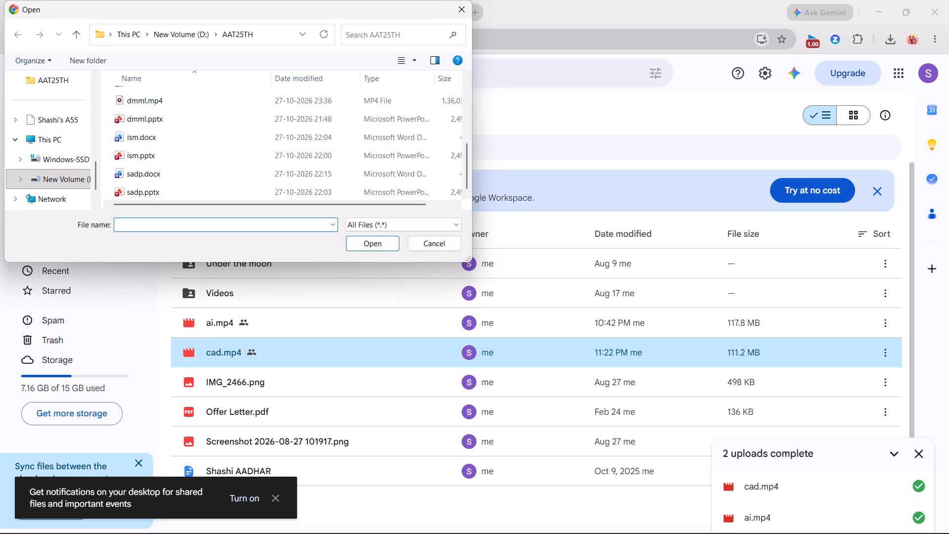
pyautogui.scroll(1, 154, 147)
pyautogui.click(148, 154)
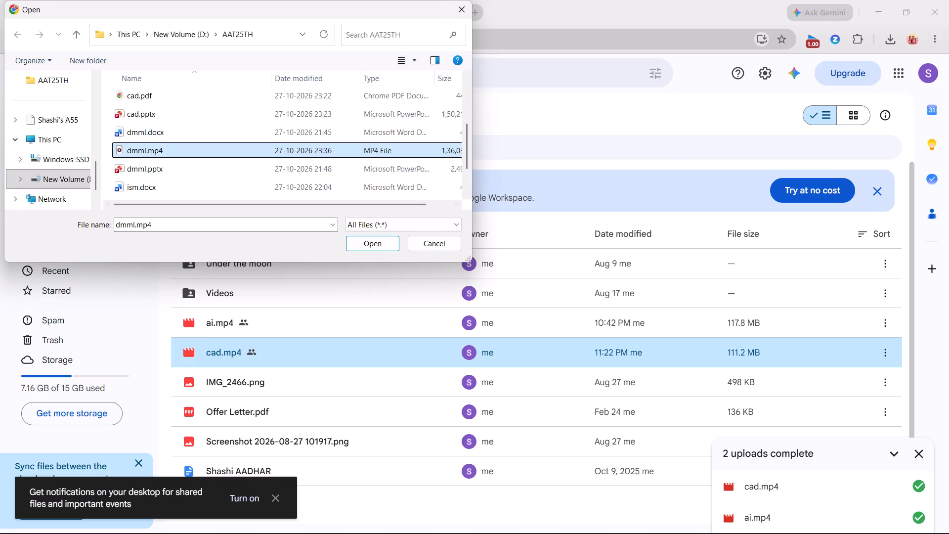
pyautogui.click(377, 245)
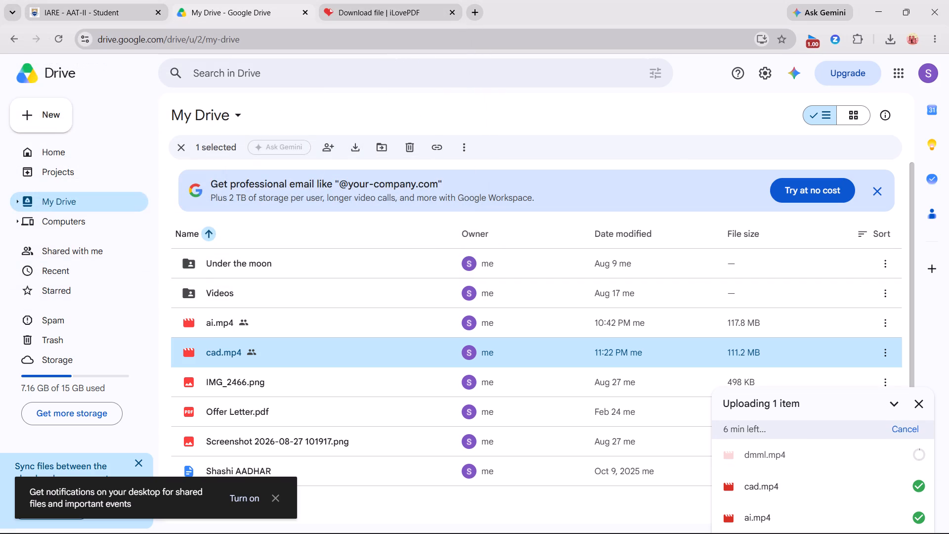
pyautogui.click(352, 0)
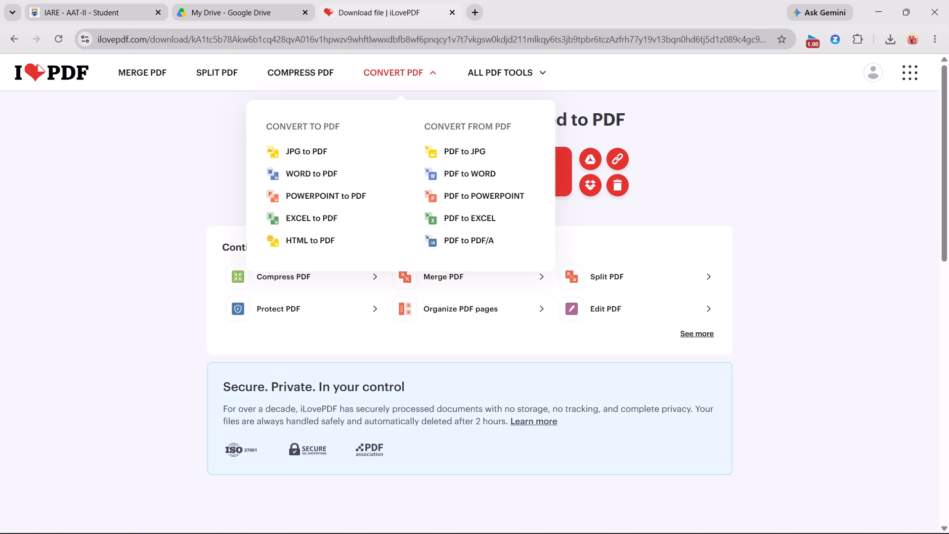
pyautogui.click(350, 170)
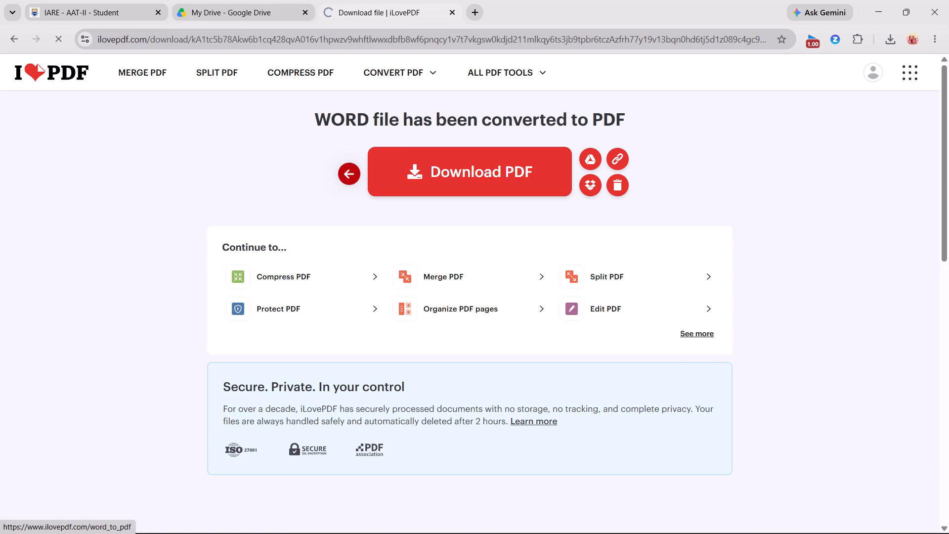
pyautogui.click(521, 200)
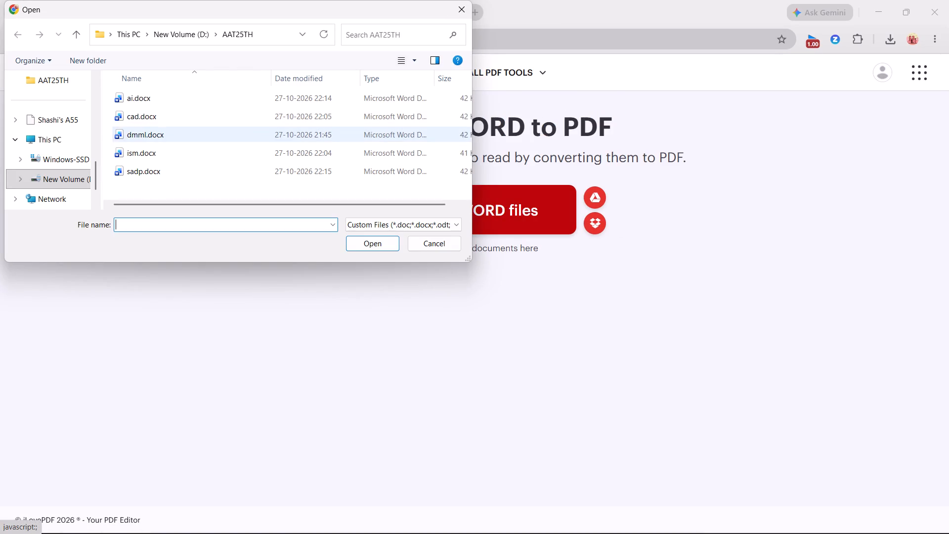
pyautogui.doubleClick(195, 132)
pyautogui.click(836, 502)
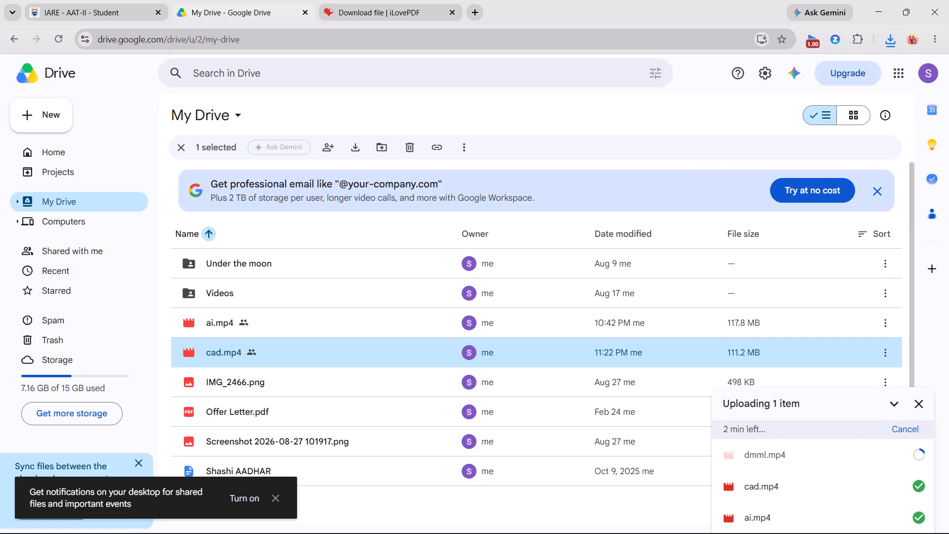